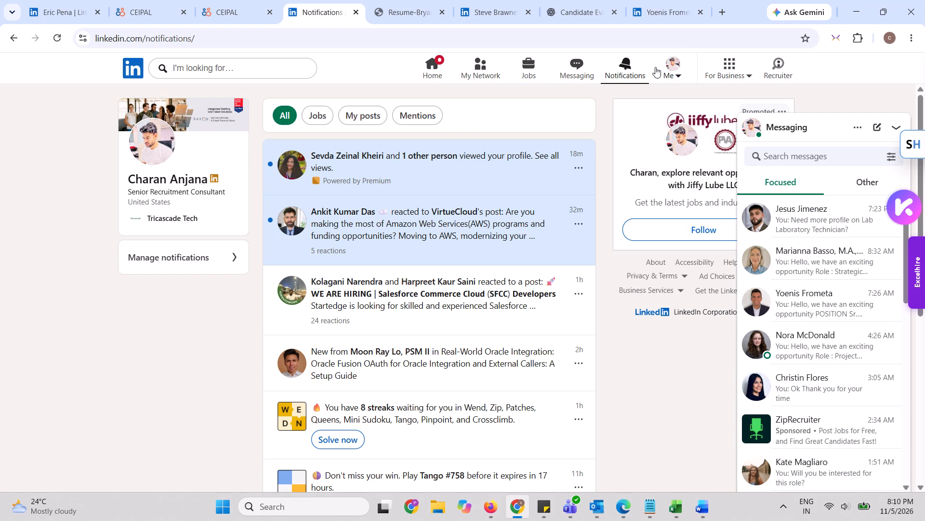
Switch to the Calculator workbook in Excel and set the W2 case's Buying Rate to 65.
left_click(670, 507)
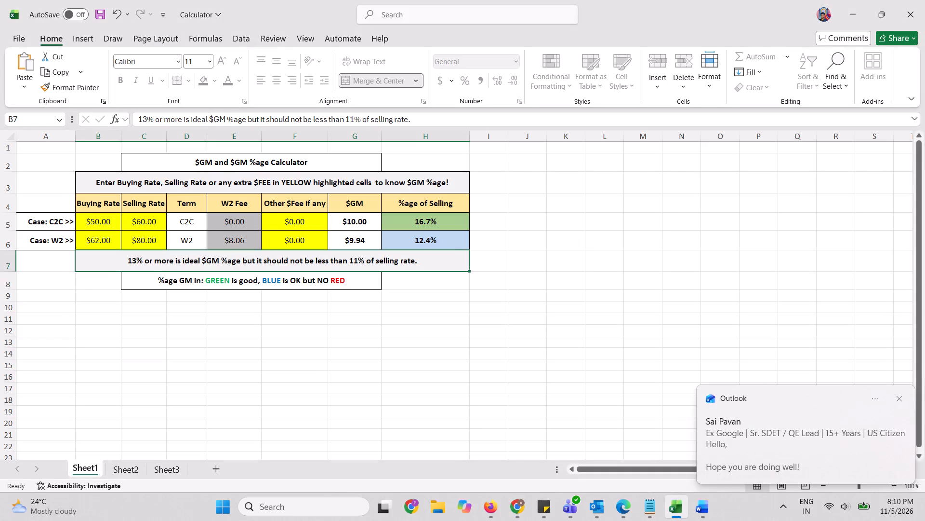
left_click(84, 242)
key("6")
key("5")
key("Return")
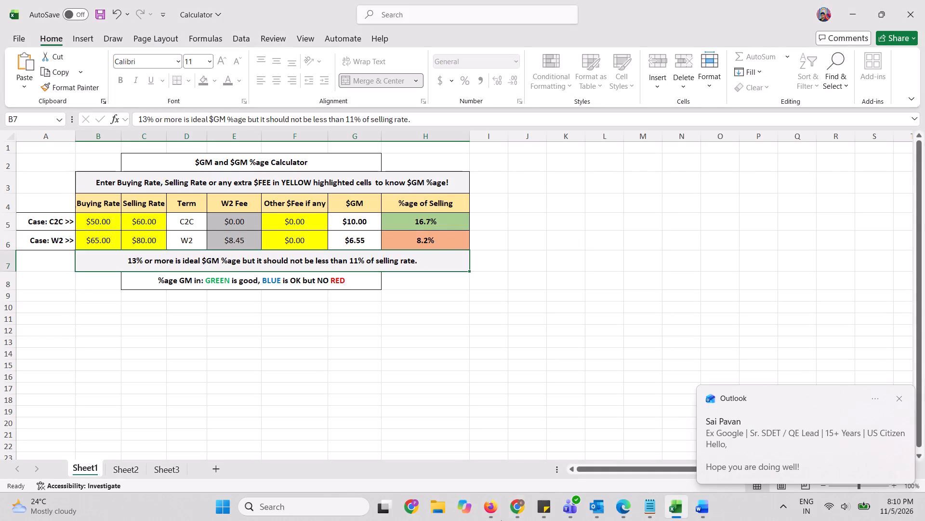
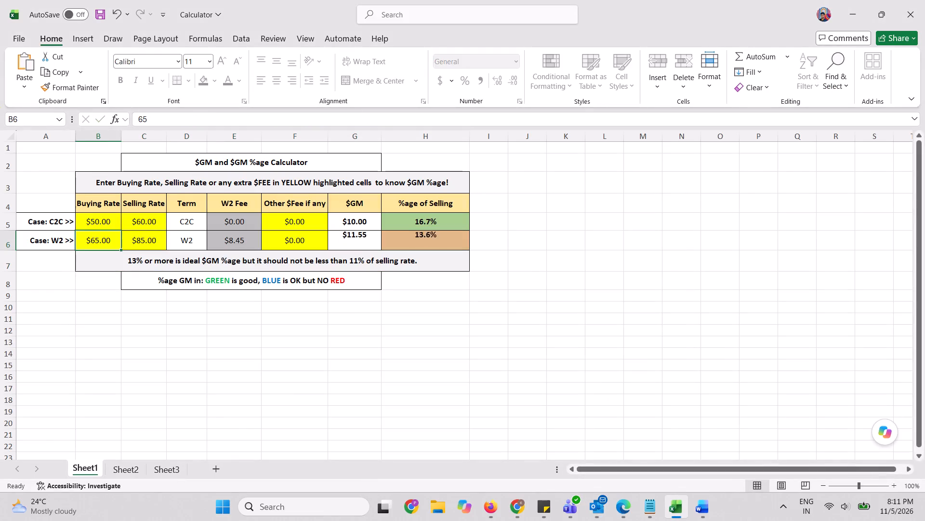
Set the Buying Rate of the W2 case to 60.
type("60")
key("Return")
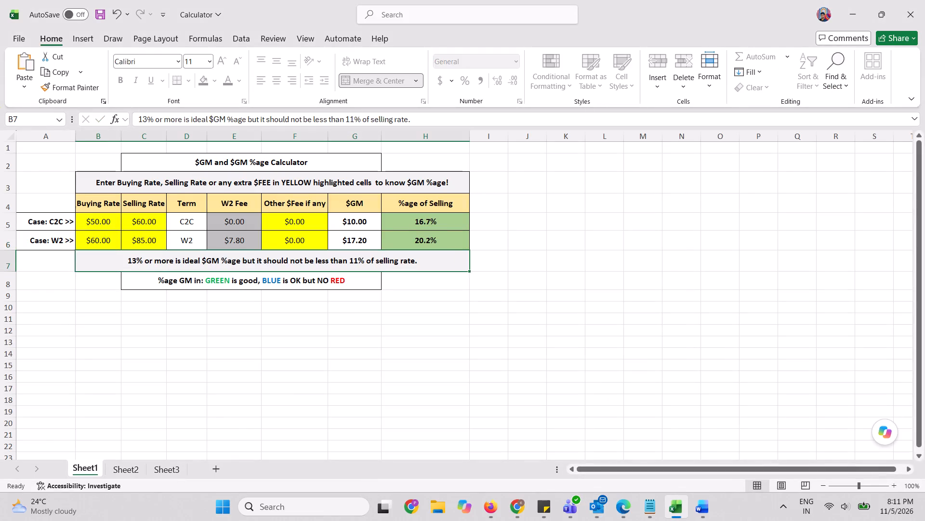
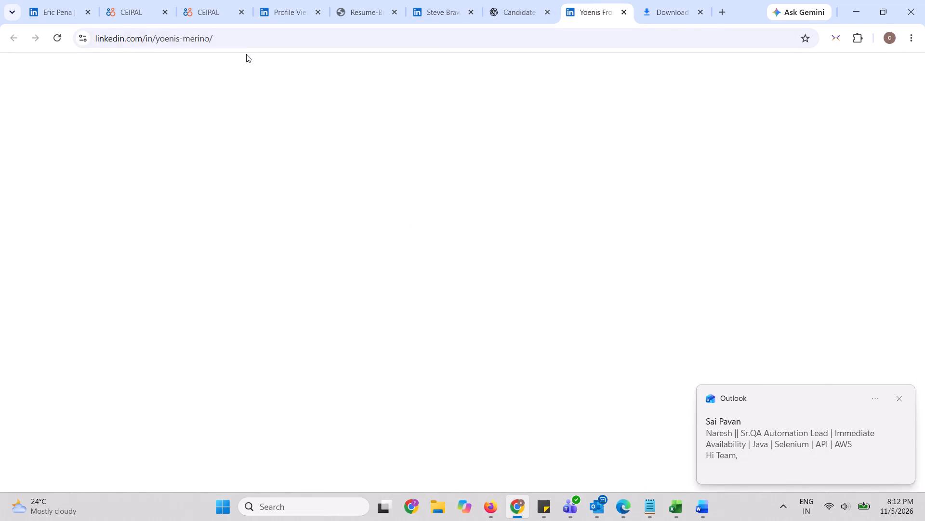
Search LinkedIn with the copied text, open the suggested program manager's profile and examine the Experience section.
left_click(263, 71)
key("ctrl+v")
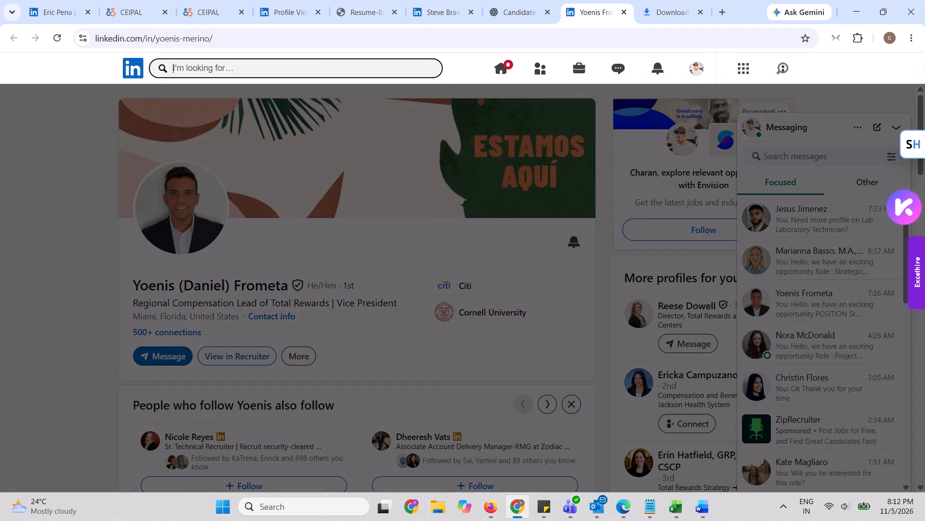
left_click(258, 98)
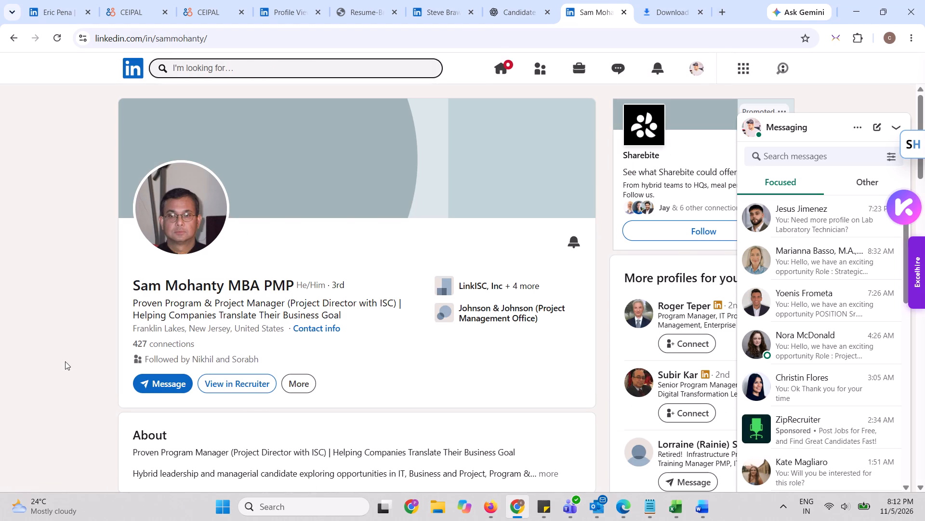
scroll(65, 361, "down", 6)
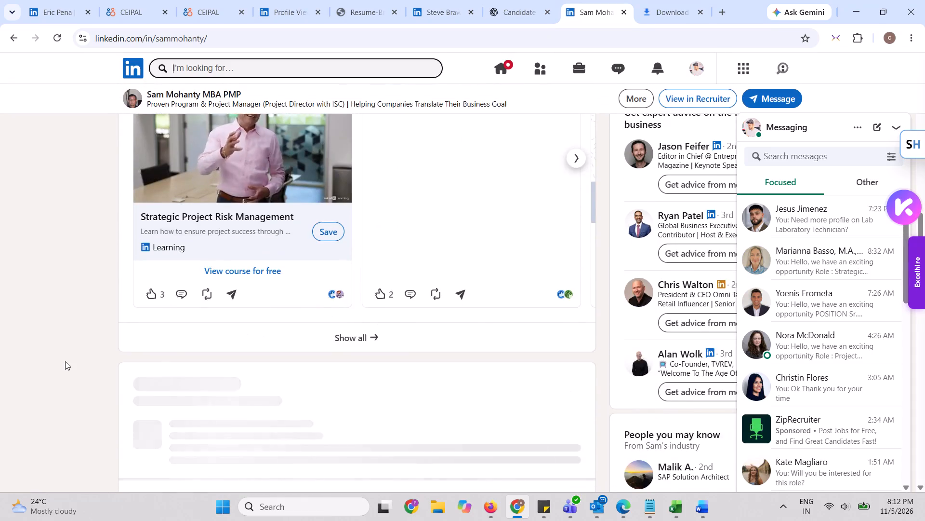
scroll(65, 361, "down", 2)
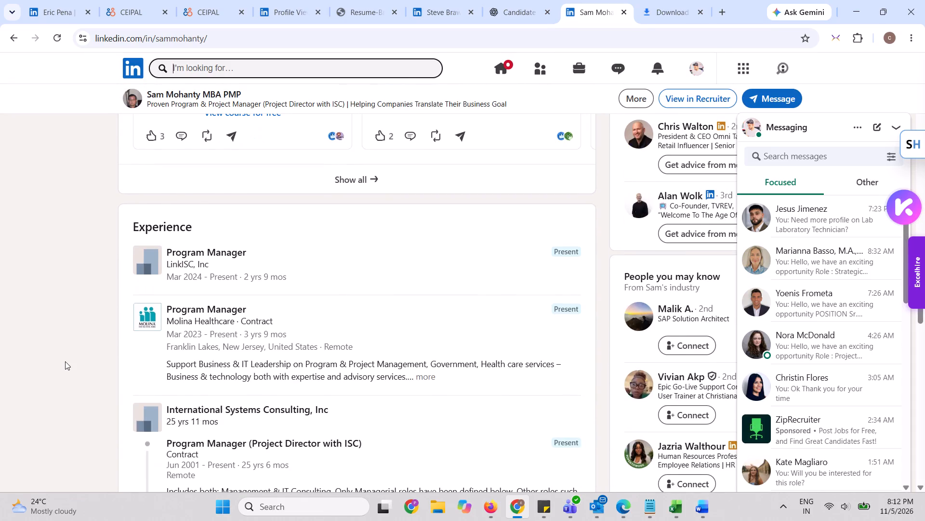
scroll(65, 361, "down", 2)
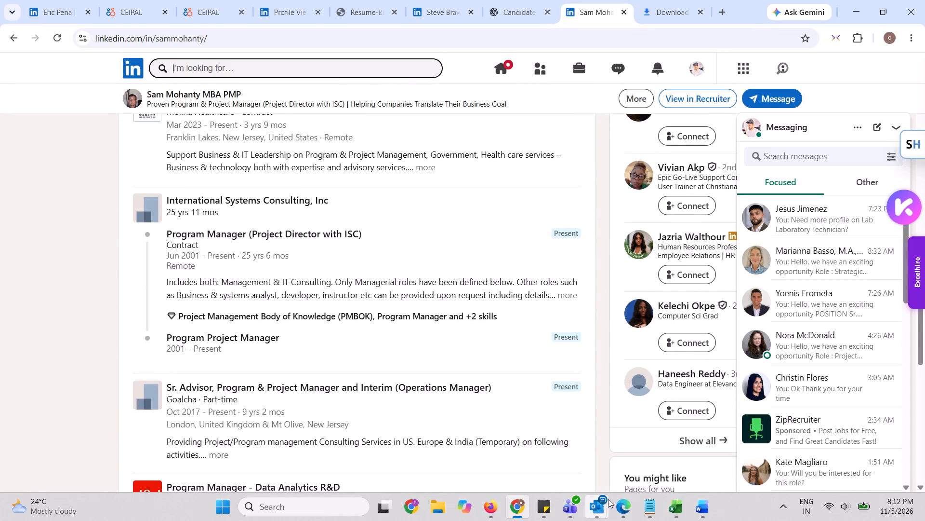
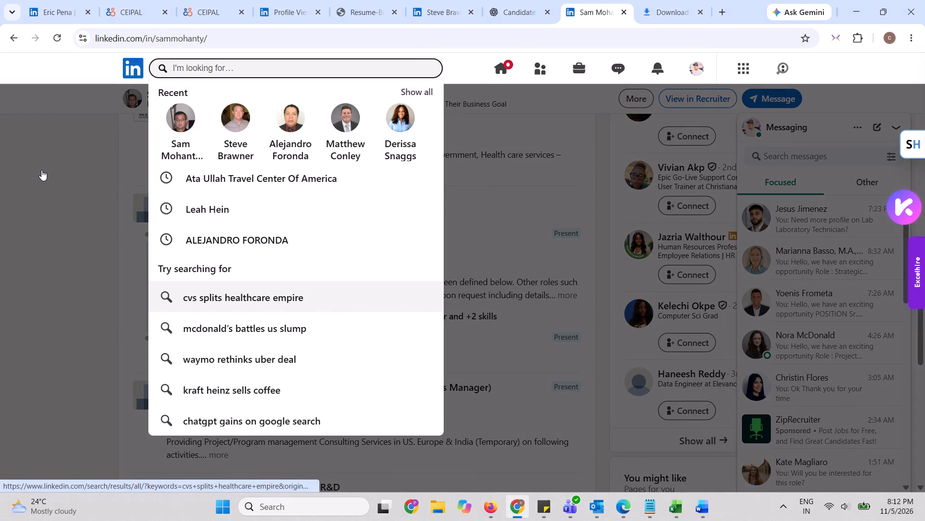
Close the search suggestions and examine the program manager's profile, from the About and Activity sections through the Experience summary.
left_click(61, 285)
scroll(61, 285, "down", 1)
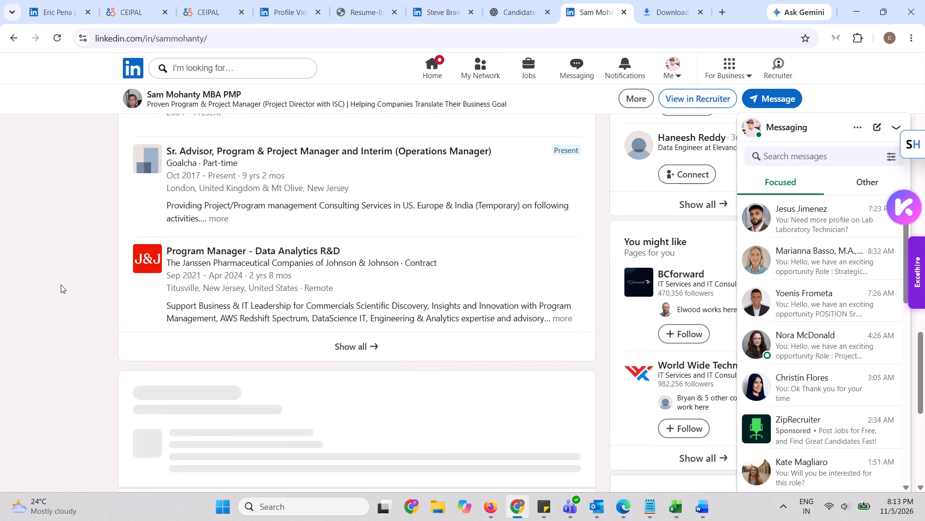
scroll(61, 285, "down", 2)
scroll(336, 346, "up", 11)
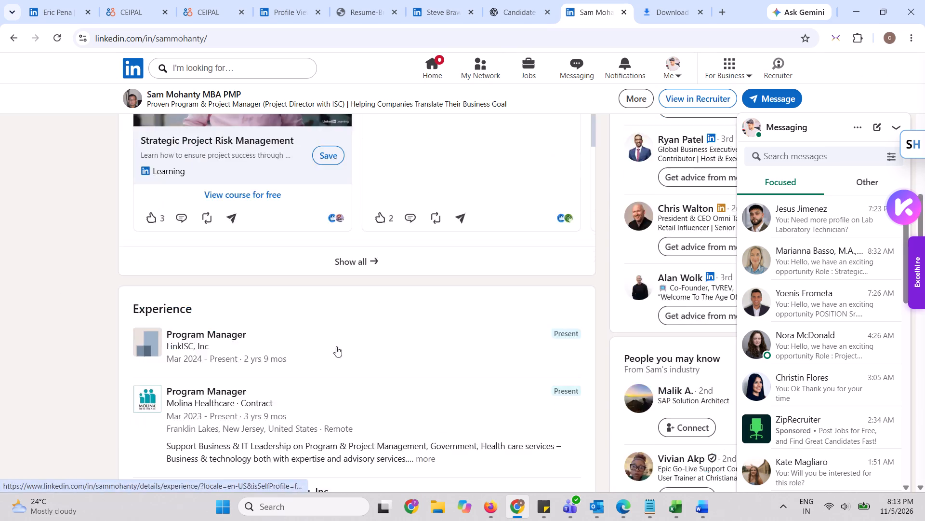
scroll(150, 359, "down", 2)
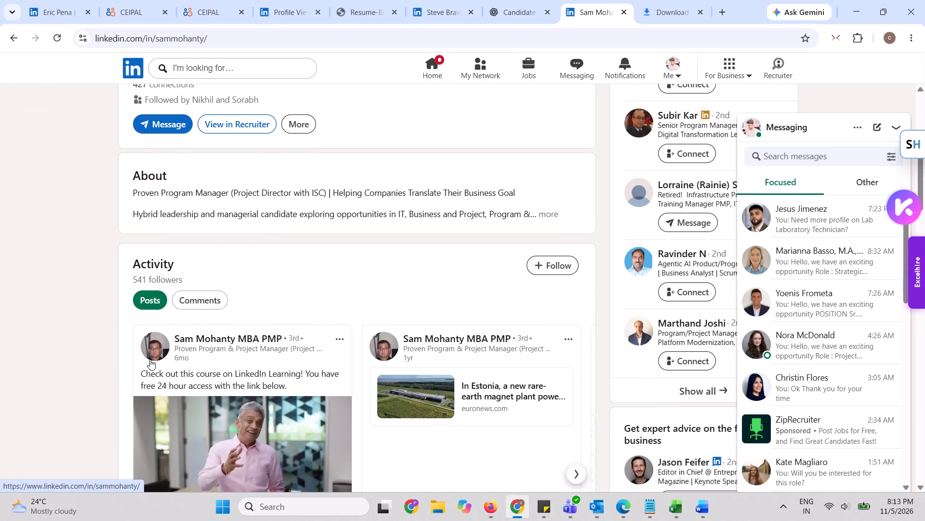
scroll(150, 359, "down", 6)
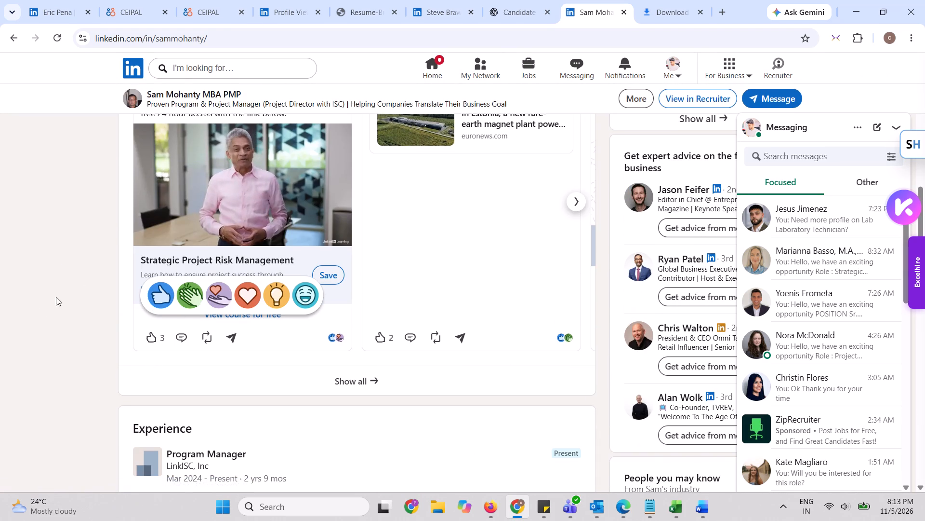
scroll(40, 309, "down", 3)
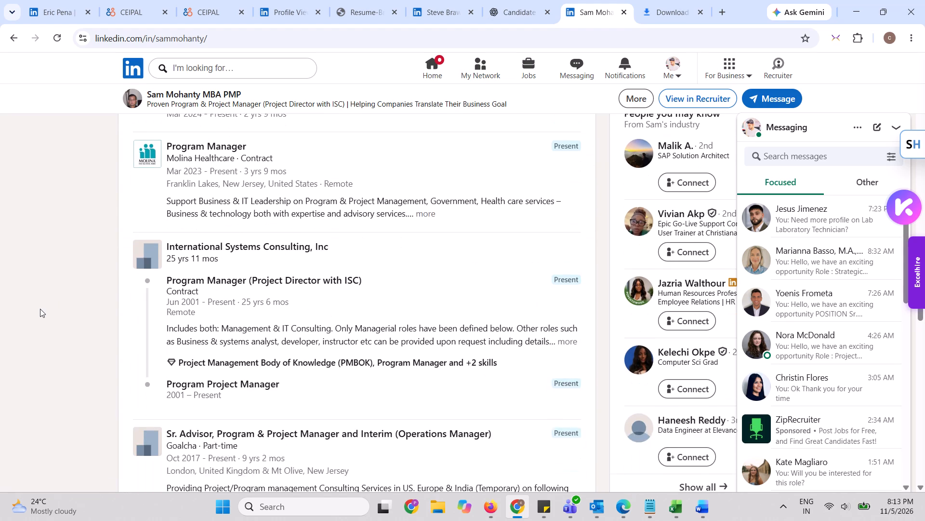
scroll(40, 309, "down", 3)
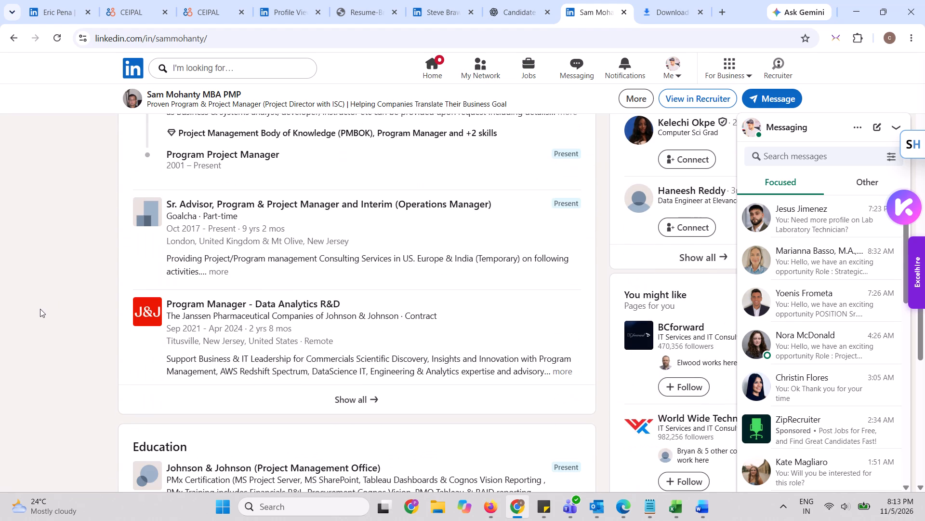
left_click(306, 413)
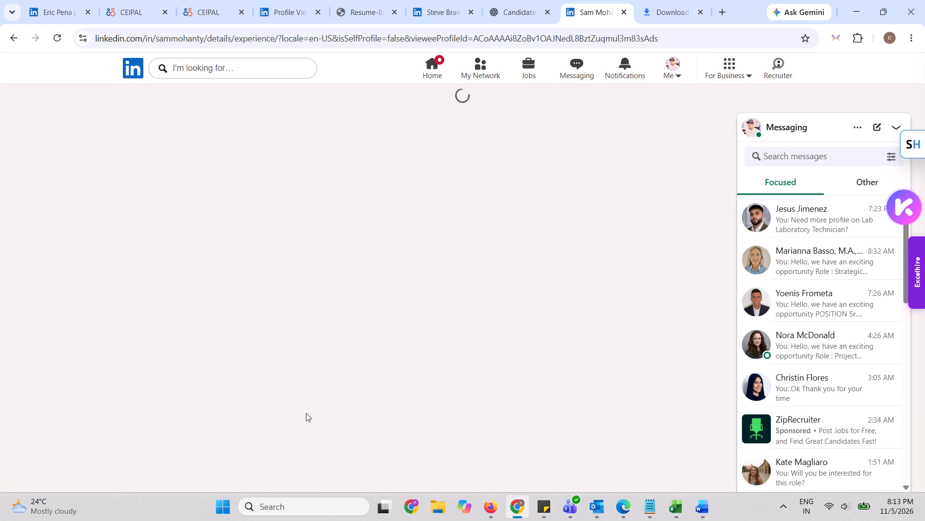
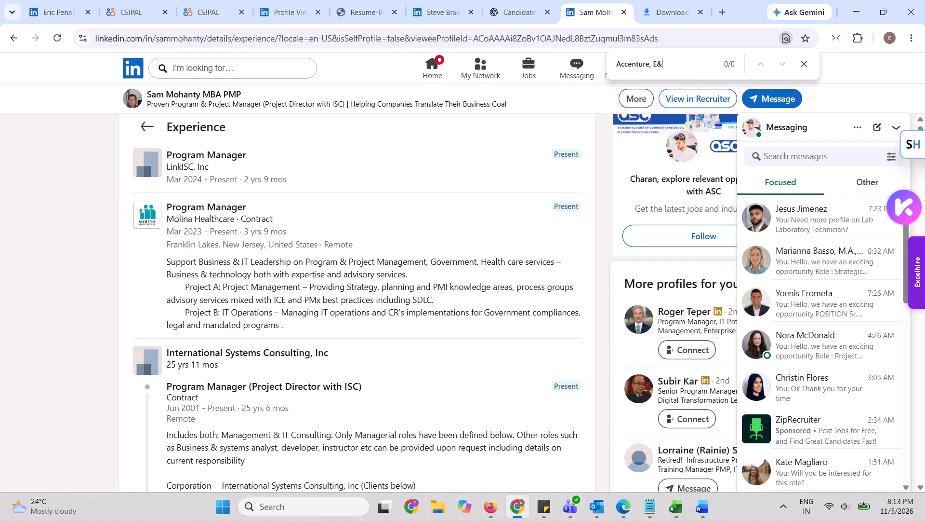
Trim the in-page search text to Accenture to look for that firm in the candidate's full Experience list.
key("BackSpace")
key("BackSpace")
key("BackSpace")
key("BackSpace")
Paste the copied list of firms into the in-page search and reduce it to E&Y to look for that firm.
key("ctrl+a")
key("ctrl+v")
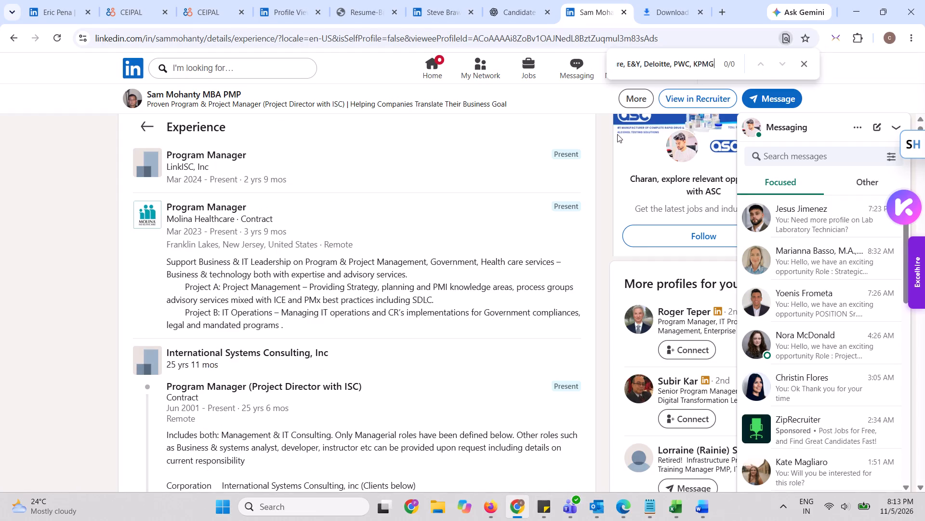
left_click_drag(627, 71, 520, 77)
key("BackSpace")
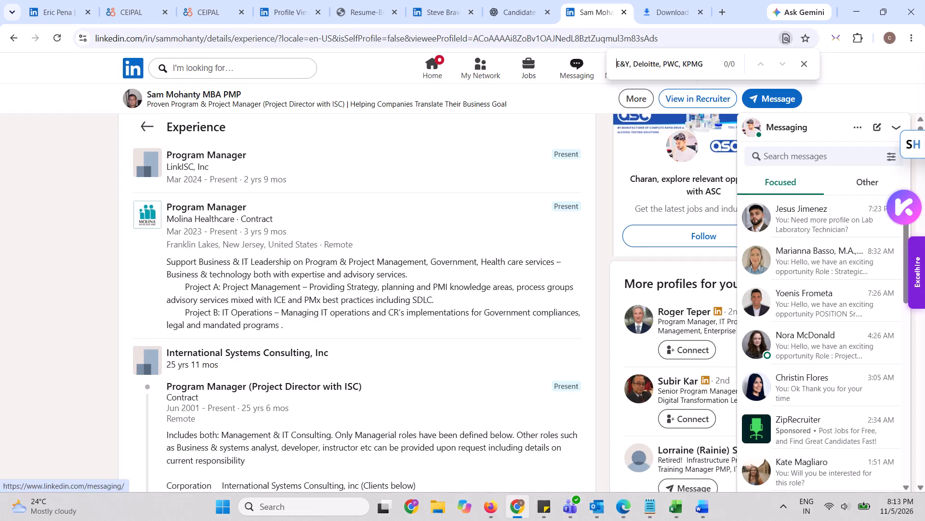
left_click_drag(634, 63, 775, 62)
key("ctrl+x")
key("BackSpace")
key("BackSpace")
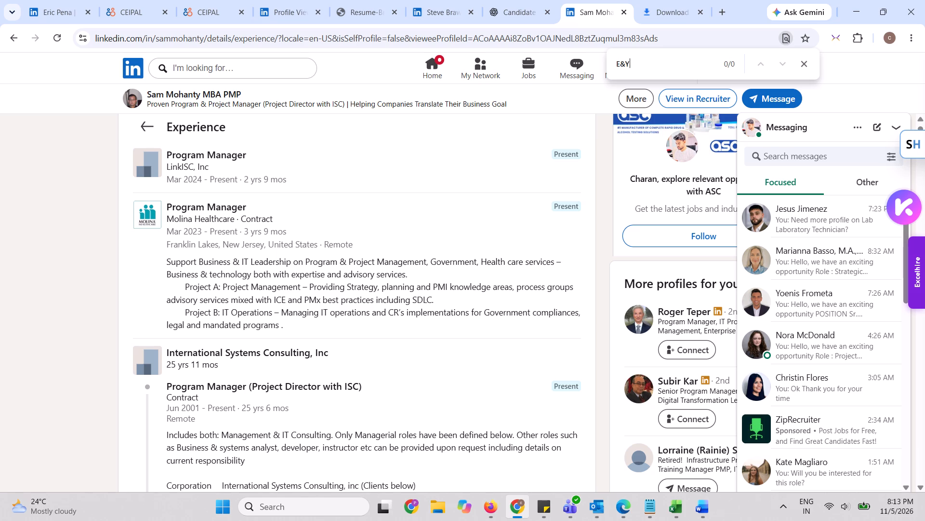
Search the candidate's Experience page for Deloitte, cutting the remaining firms PWC and KPMG out of the search text.
key("ctrl+a")
key("ctrl+v")
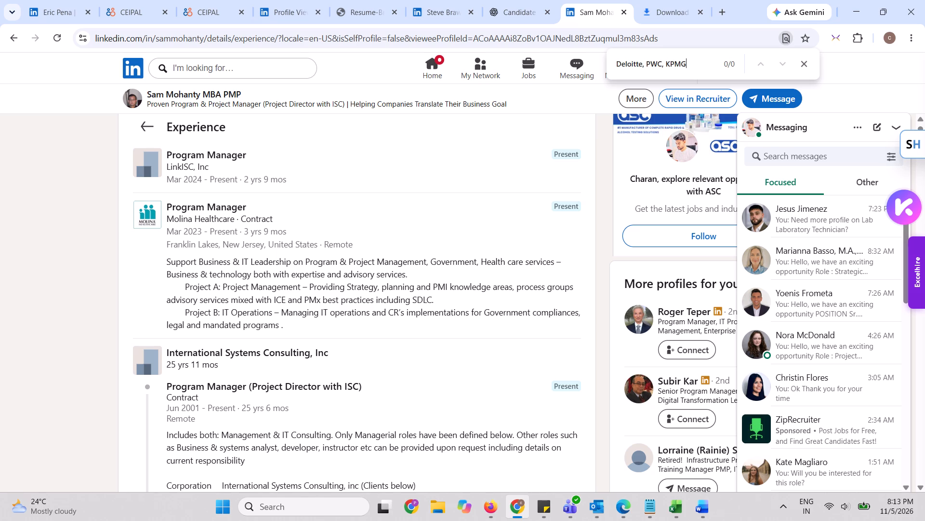
left_click_drag(645, 66, 778, 82)
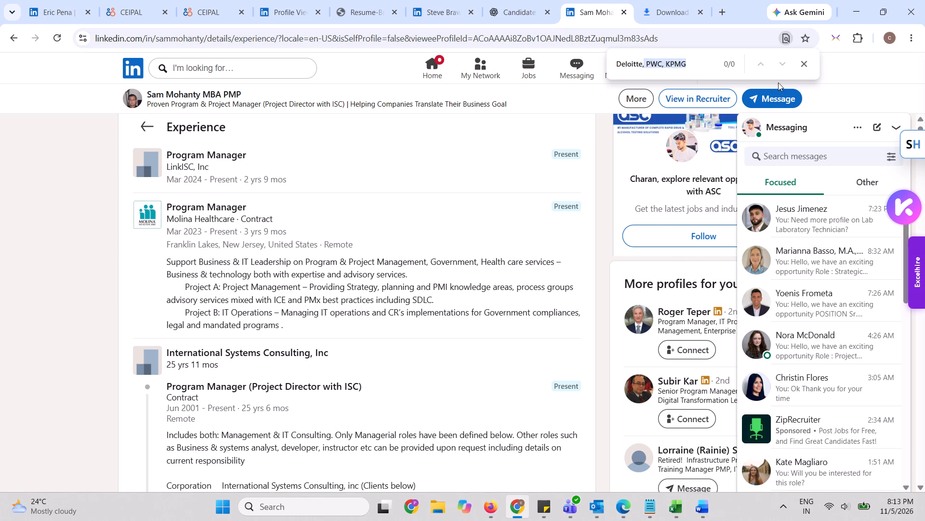
key("ctrl+x")
key("BackSpace")
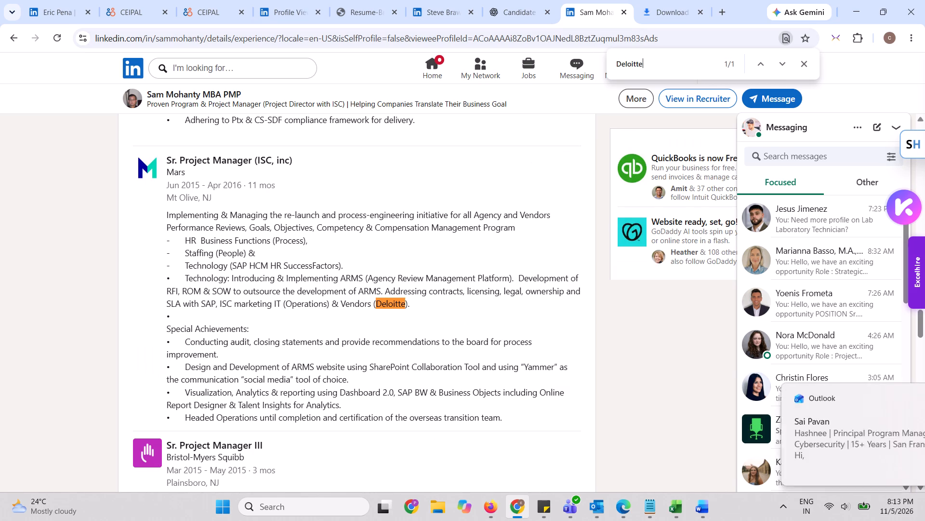
Search the candidate's Experience page for PWC, cutting KPMG out of the search text.
left_click_drag(660, 66, 543, 66)
key("ctrl+v")
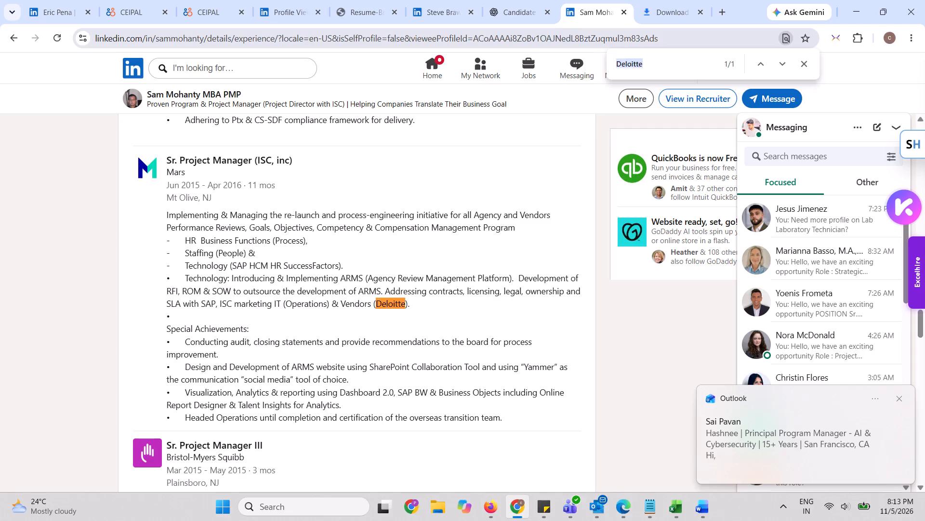
left_click_drag(665, 65, 634, 65)
key("ctrl+x")
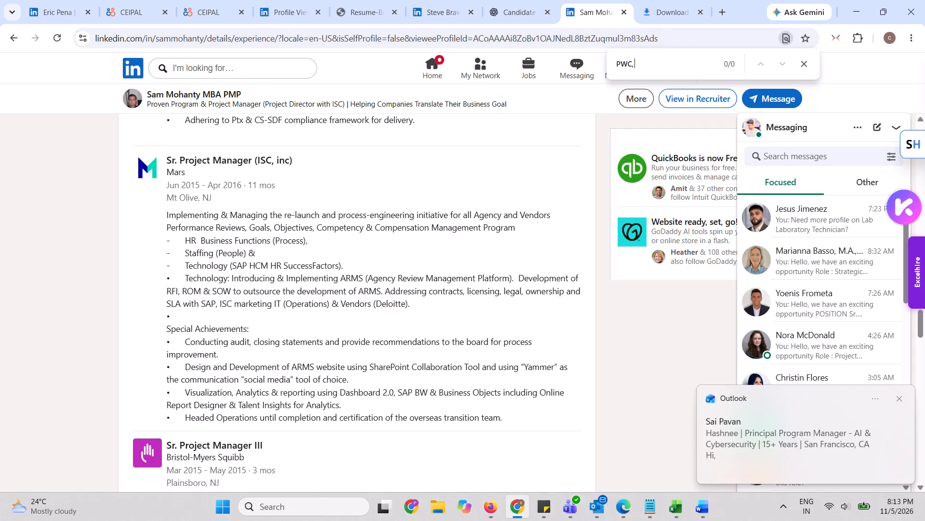
key("BackSpace")
Search the candidate's Experience page for KPMG, and erase the search text.
key("ctrl+a")
key("ctrl+v")
key("BackSpace")
key("BackSpace")
key("BackSpace")
key("BackSpace")
key("BackSpace")
key("BackSpace")
key("BackSpace")
key("BackSpace")
key("BackSpace")
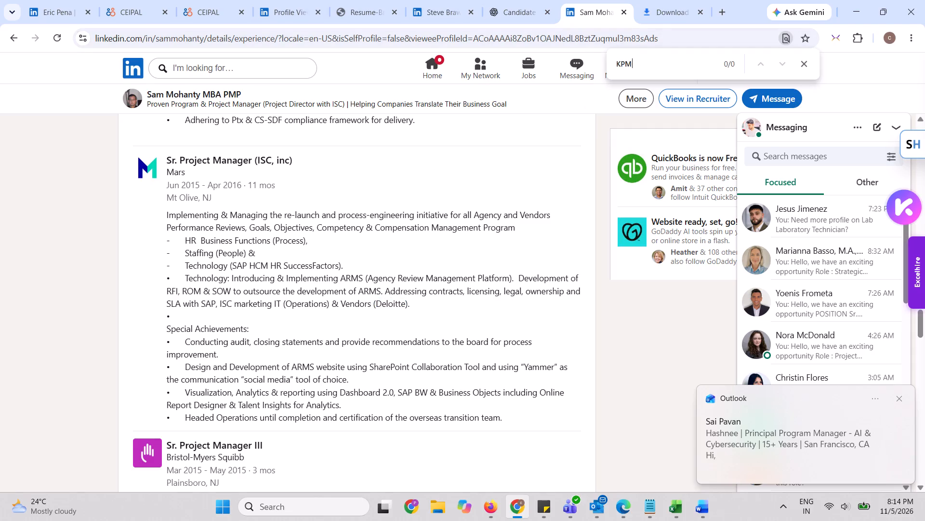
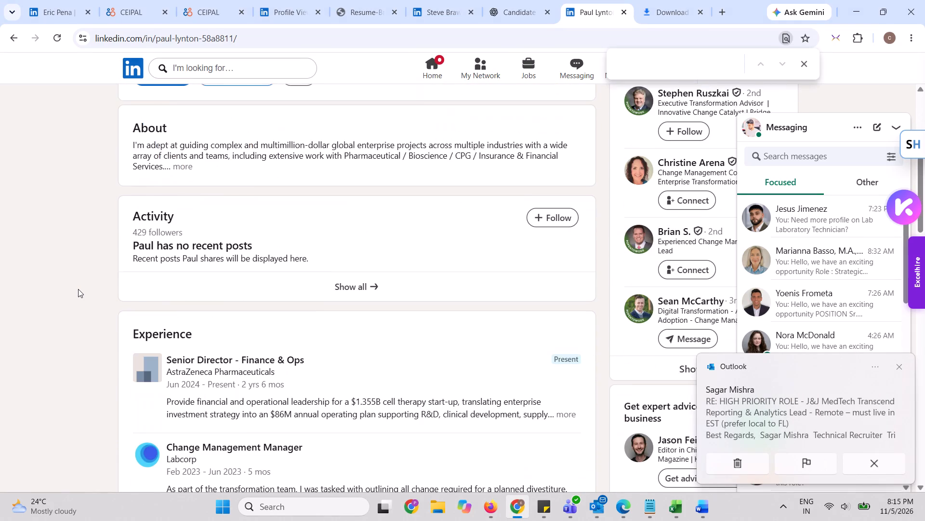
Review the roles and employers listed in the Experience section of the open candidate's LinkedIn profile.
scroll(78, 289, "down", 1)
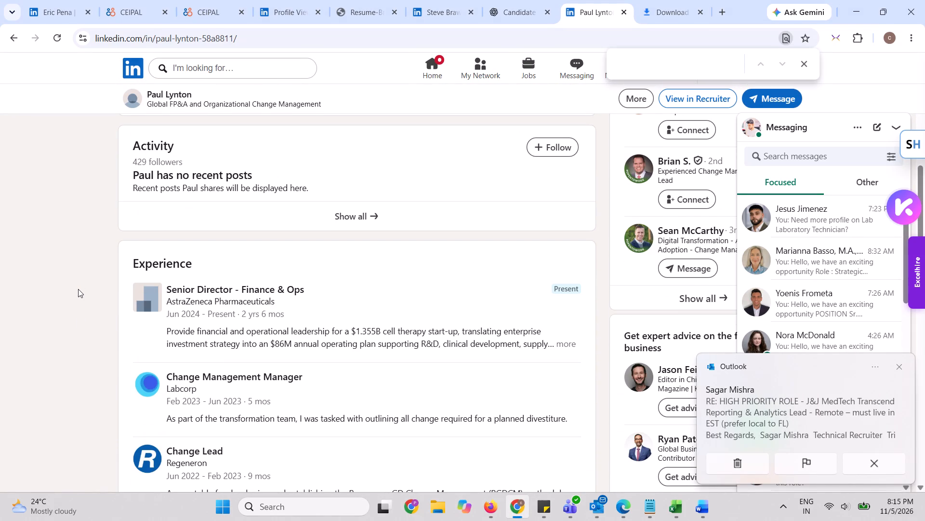
scroll(78, 289, "down", 1)
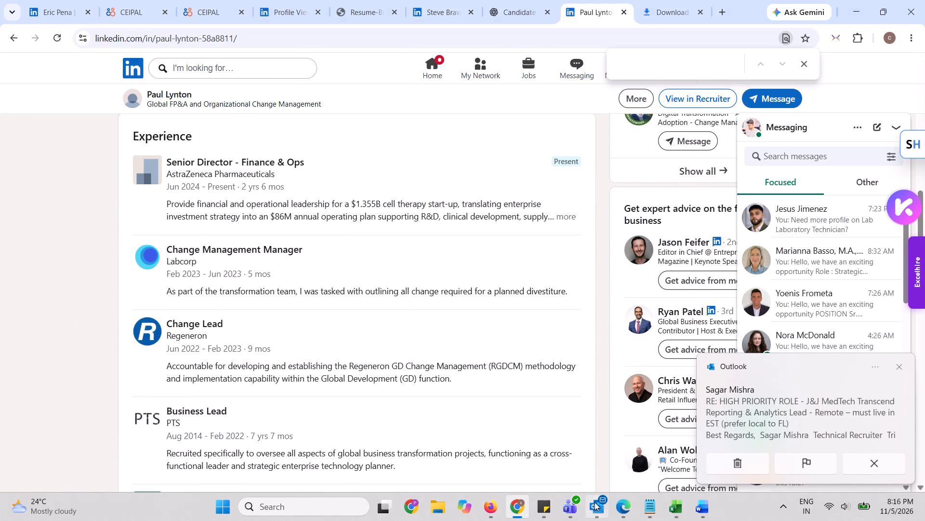
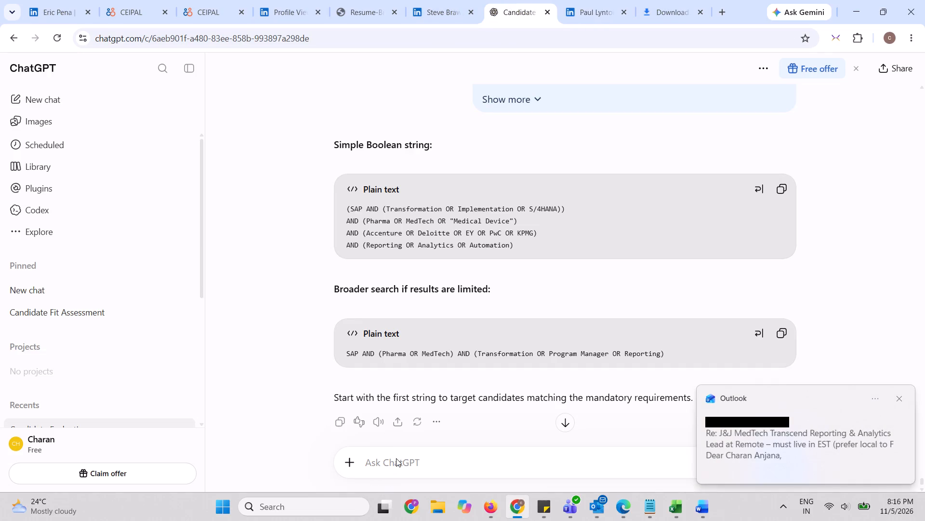
Submit the copied resume text of the pharmaceuticals and finance transformations candidate to the open ChatGPT candidate evaluation chat.
left_click(396, 459)
left_click(396, 459)
key("ctrl+v")
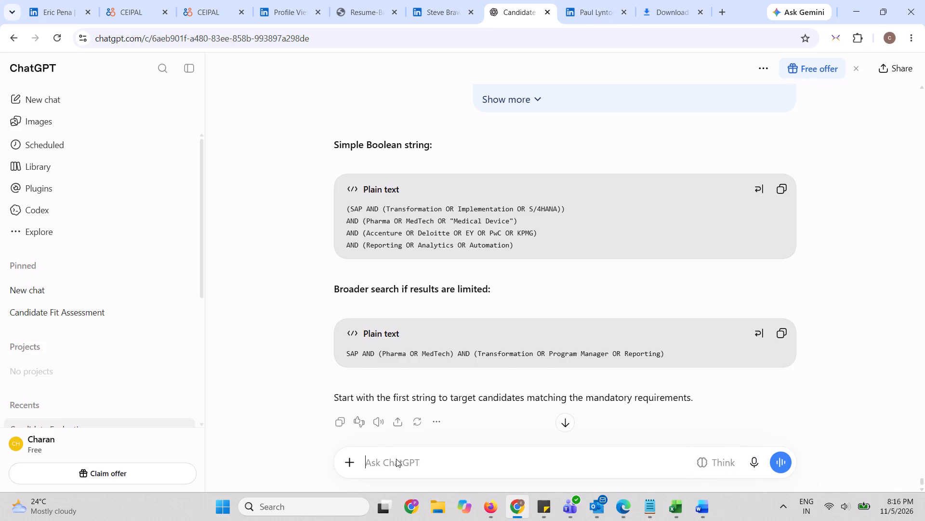
key("Return")
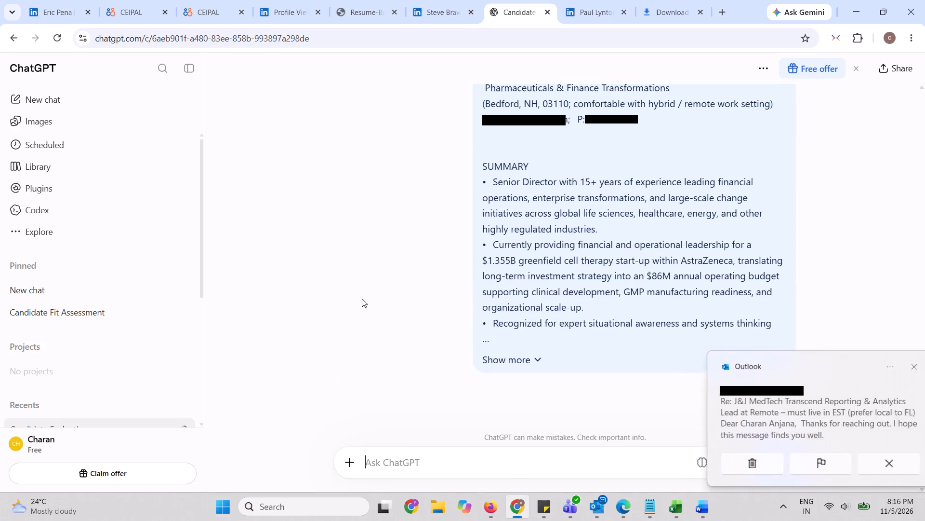
Switch to the LinkedIn profile of the AstraZeneca senior finance director candidate and bring up its additional profile actions.
left_click(593, 0)
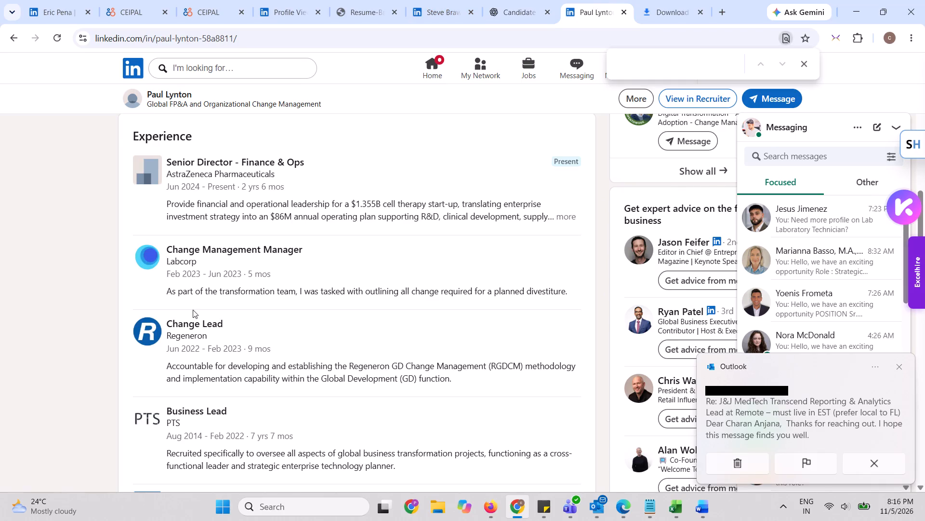
scroll(193, 310, "up", 7)
left_click(299, 362)
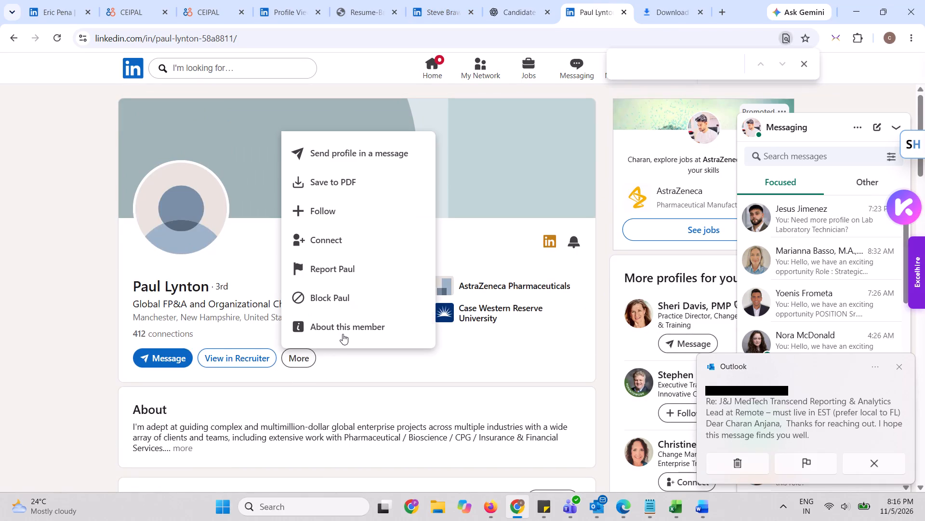
View the account history and verification information for the AstraZeneca candidate's LinkedIn profile.
left_click(343, 333)
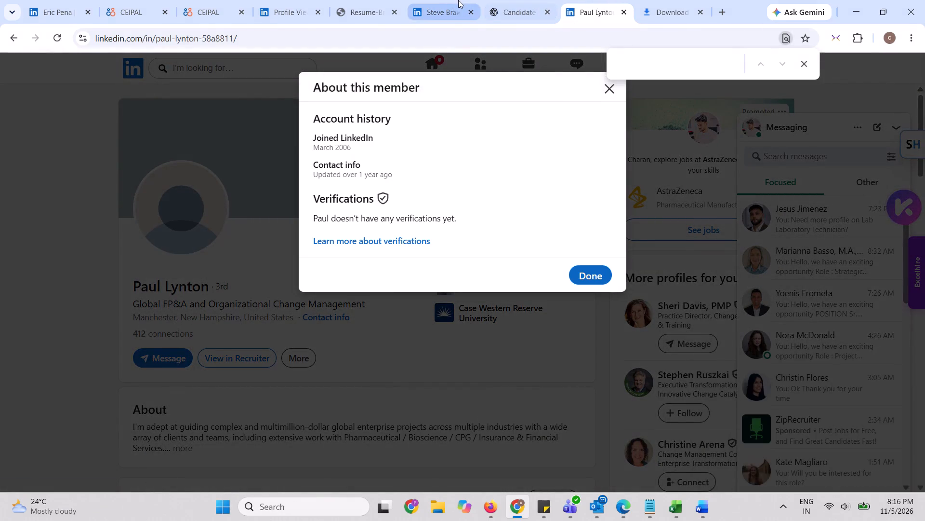
Switch to the ChatGPT candidate evaluation and review the fit rating and key strengths for the J&J MedTech Transcend Reporting & Analytics Lead role.
left_click(497, 0)
scroll(407, 282, "down", 1)
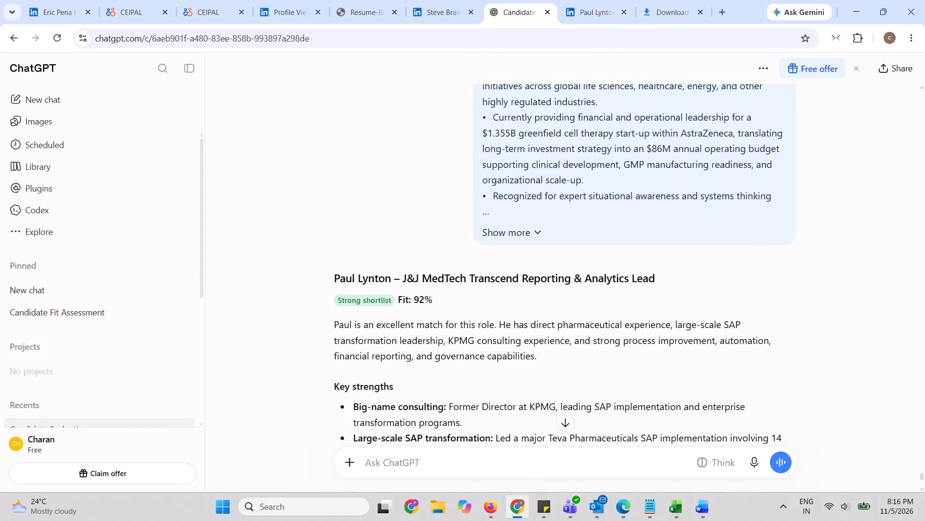
scroll(407, 282, "down", 4)
scroll(407, 282, "up", 1)
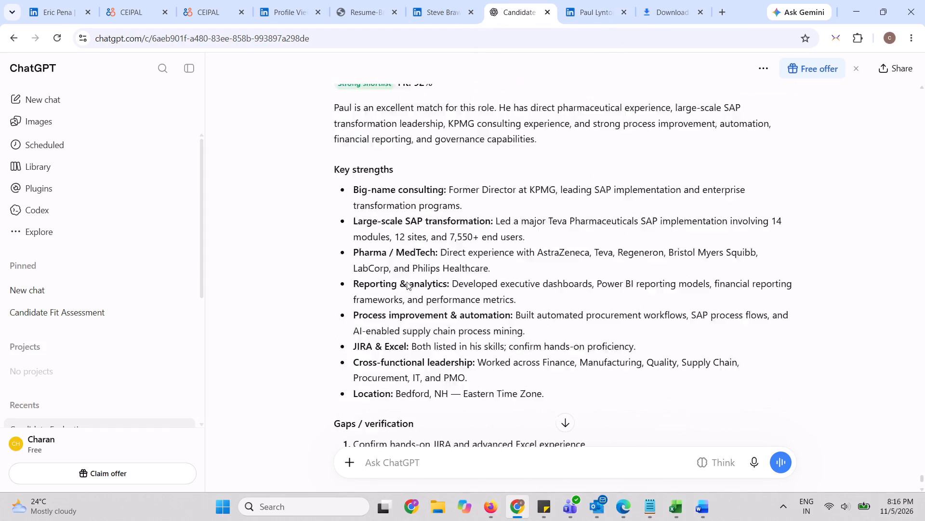
scroll(407, 282, "up", 1)
left_click_drag(402, 188, 496, 194)
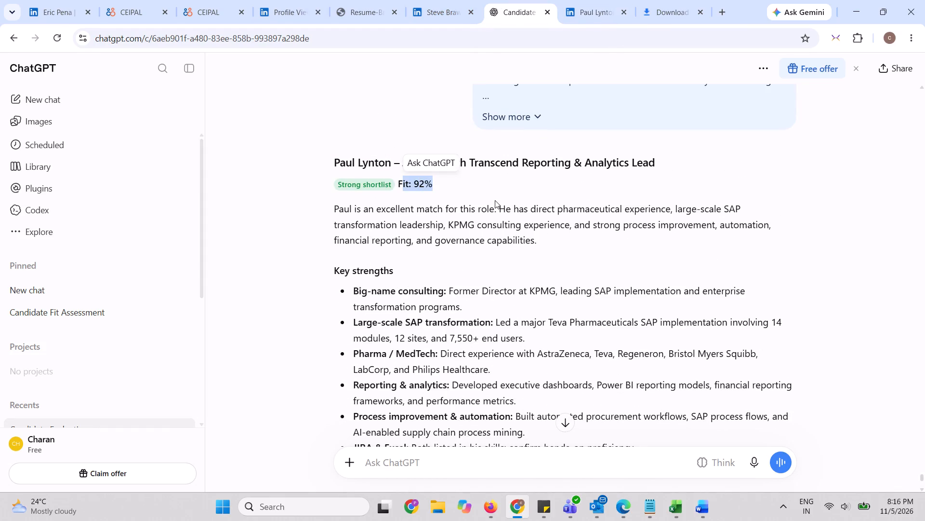
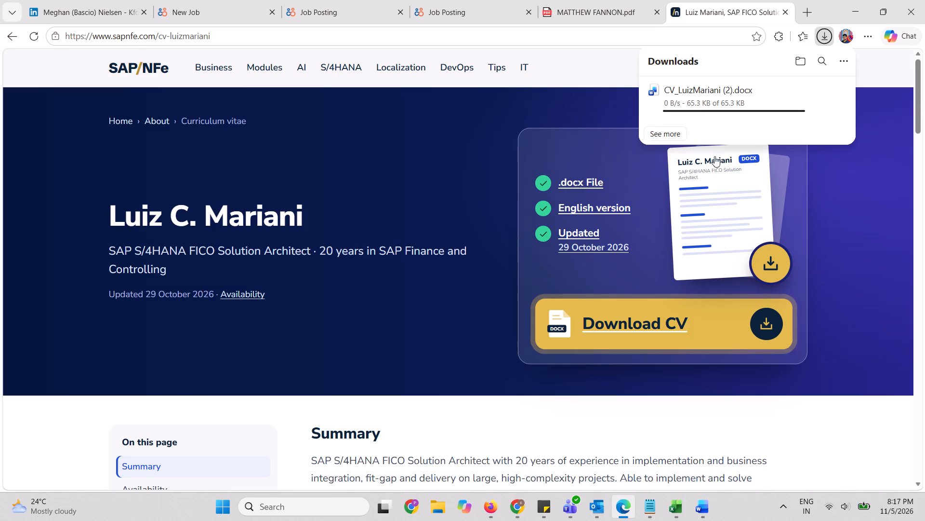
Open the downloaded DOCX CV of the SAP S/4HANA FICO Solution Architect in Word.
left_click(673, 104)
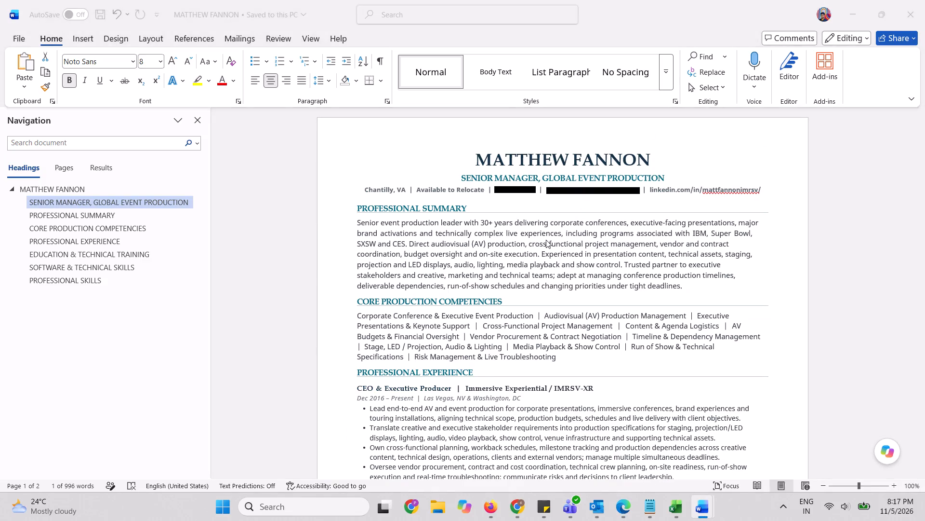
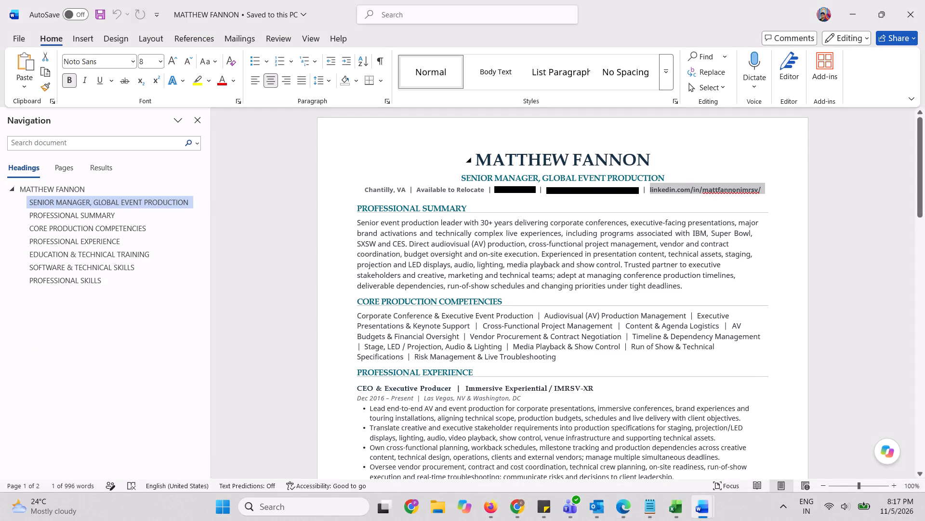
left_click(923, 0)
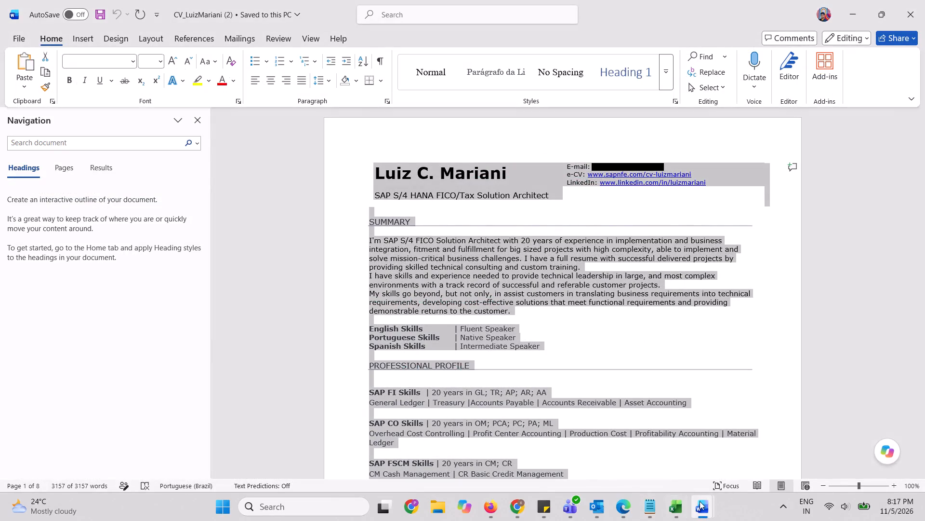
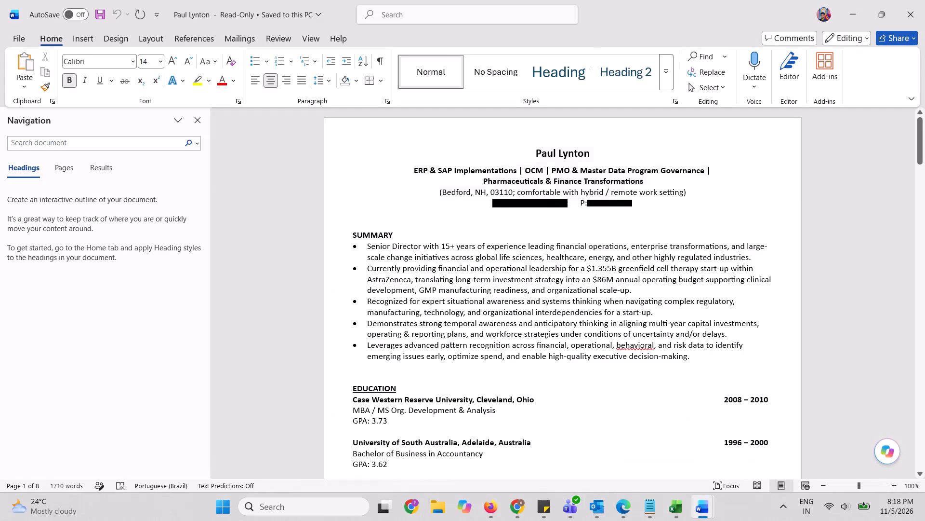
Make the resume's whole header block bold, from the candidate's name through the headline, location and contact lines.
left_click_drag(580, 183, 472, 139)
key("ctrl+b")
key("ctrl+b")
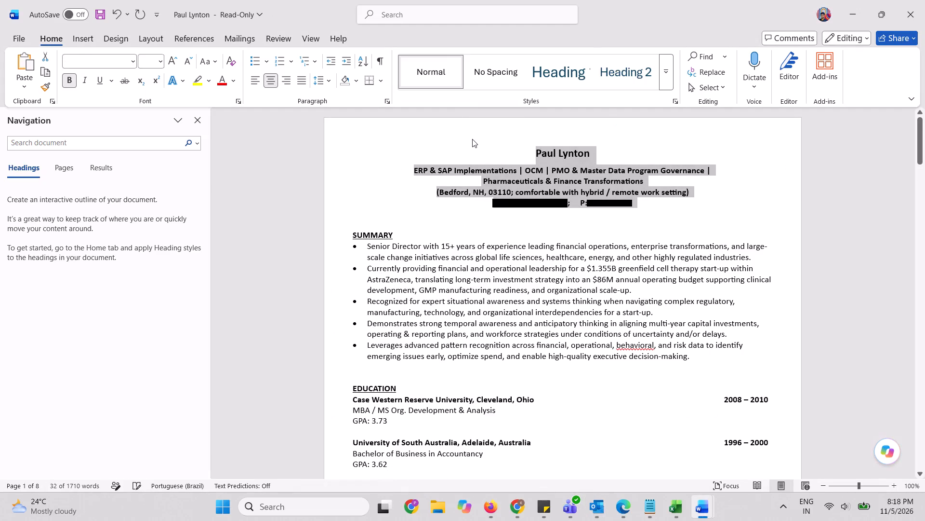
Copy the candidate's name from the top of the resume, leaving the heading text intact.
left_click(597, 150)
left_click_drag(597, 150, 524, 155)
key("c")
key("ctrl+c")
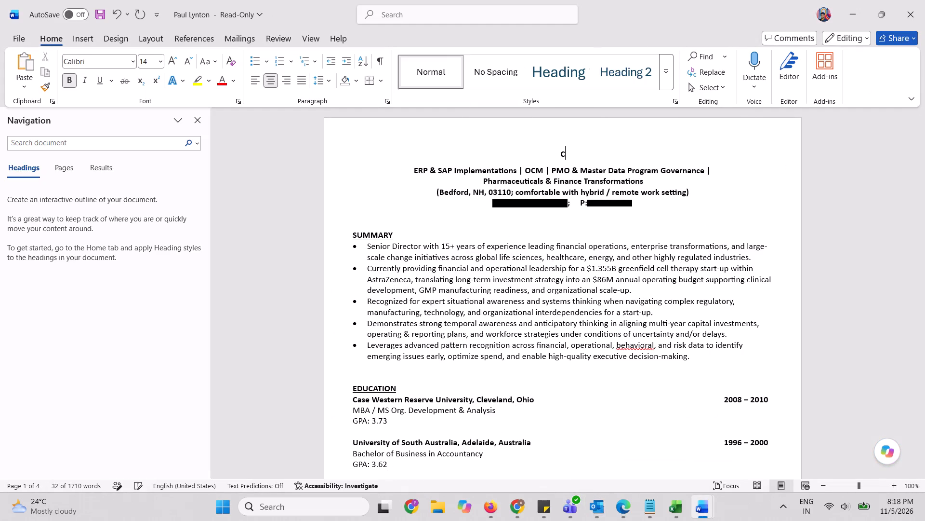
key("ctrl+z")
key("ctrl+c")
key("ctrl+c")
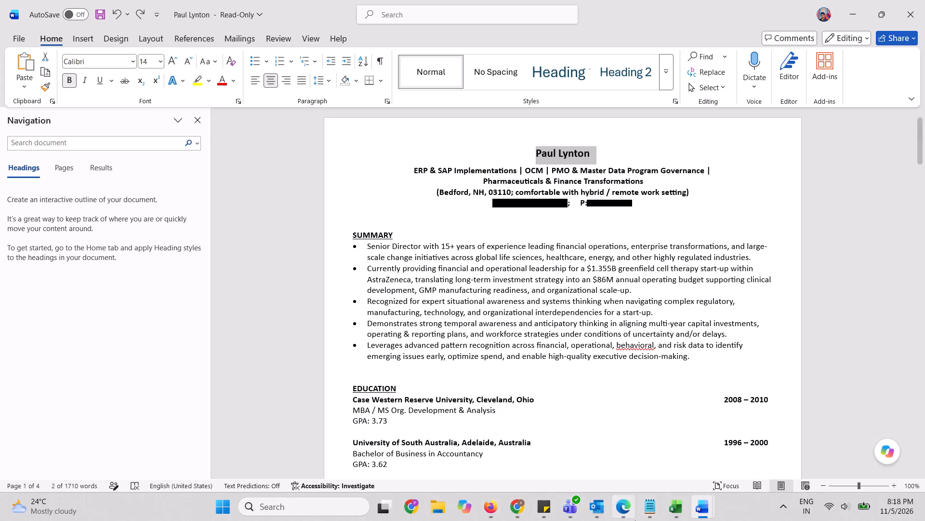
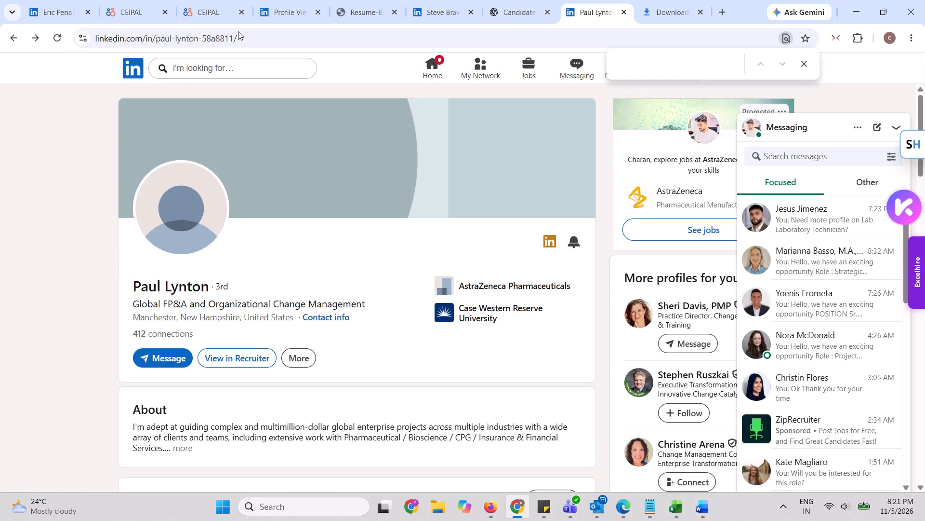
Copy the full LinkedIn profile address of the AstraZeneca Global FP&A and Organizational Change Management candidate.
left_click(249, 34)
key("ctrl+a")
key("ctrl+c")
key("ctrl+c")
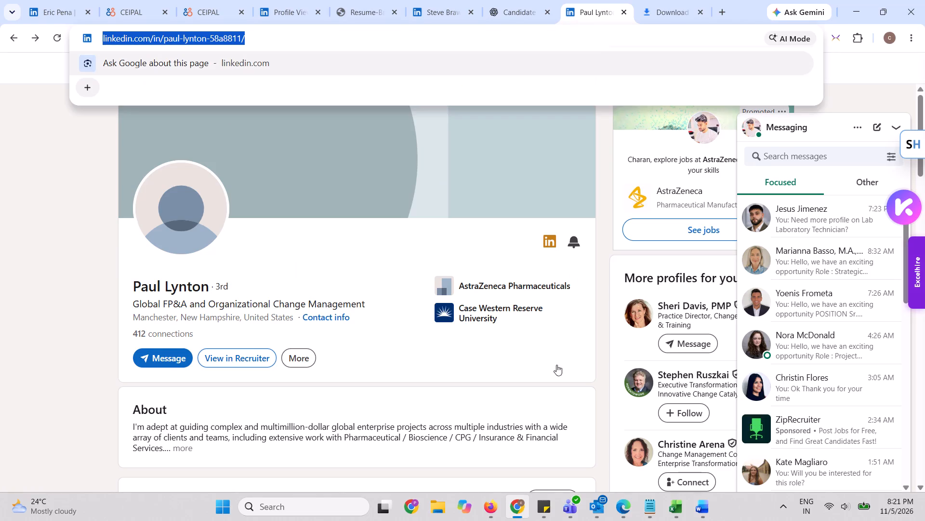